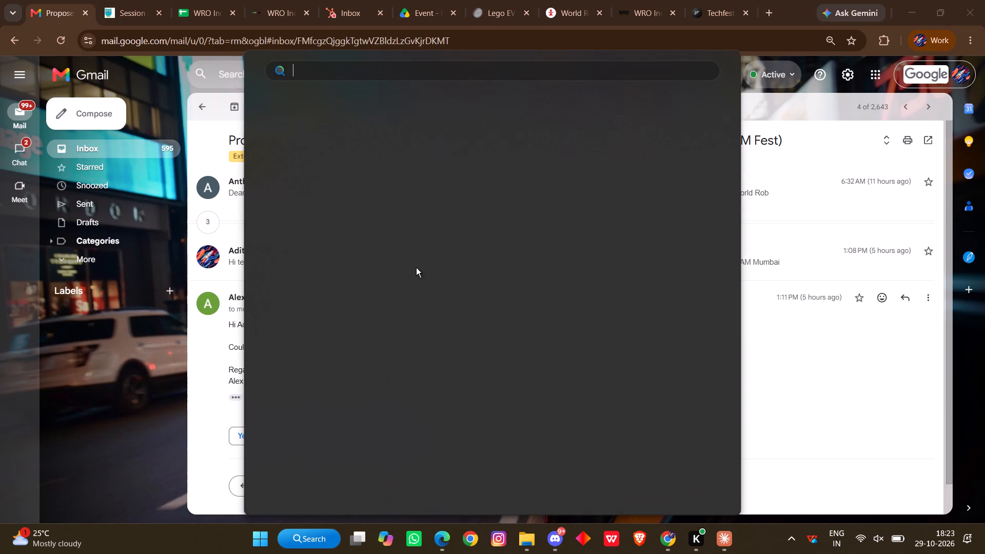
Search the computer for zoom and launch the Zoom Workplace app.
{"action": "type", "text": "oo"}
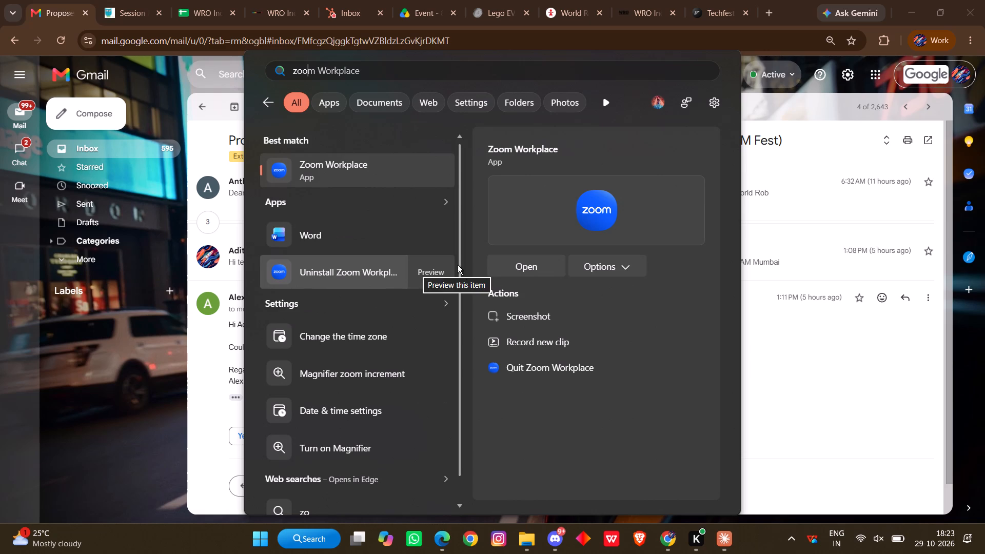
{"action": "left_click", "coordinate": [530, 262]}
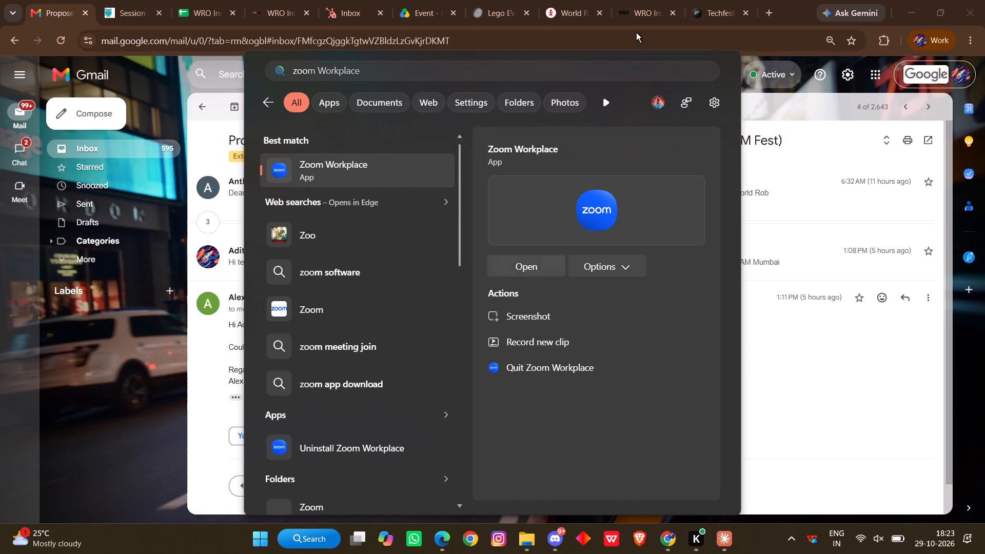
Open the India STEM Foundation Google Calendar week view in a new browser tab.
{"action": "left_click", "coordinate": [766, 17]}
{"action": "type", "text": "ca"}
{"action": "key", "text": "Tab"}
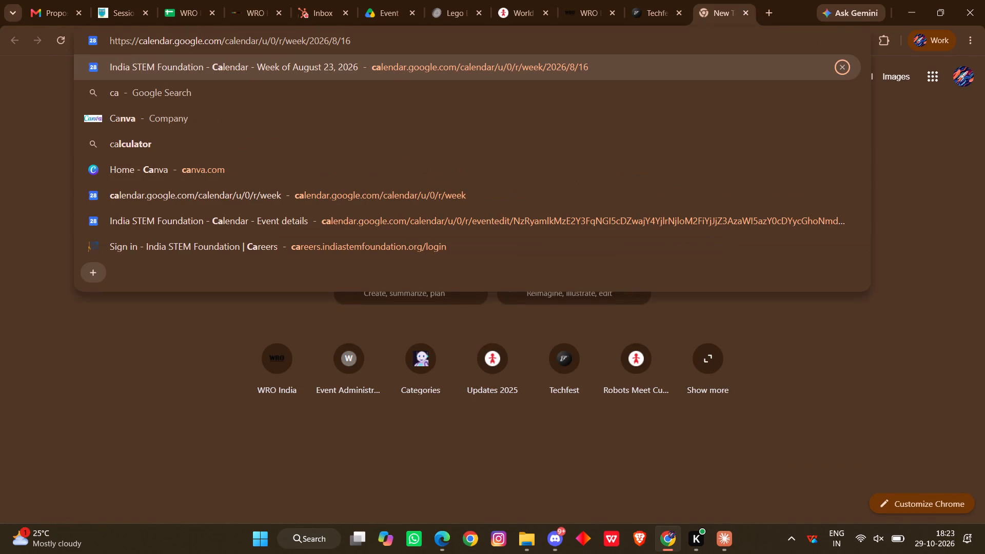
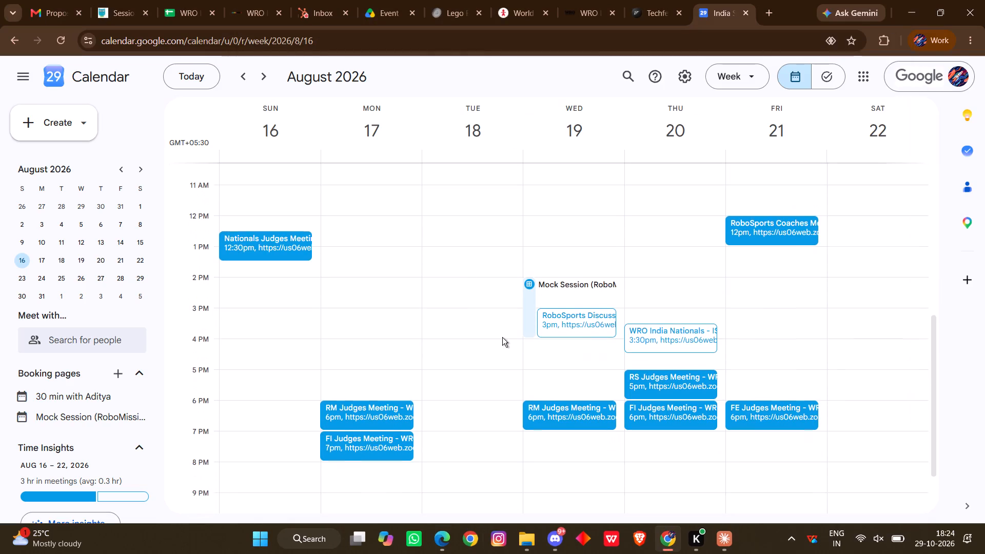
Show the week containing Wednesday, November 4, 2026 in the calendar.
{"action": "scroll", "coordinate": [502, 337], "scroll_direction": "up", "scroll_amount": 1}
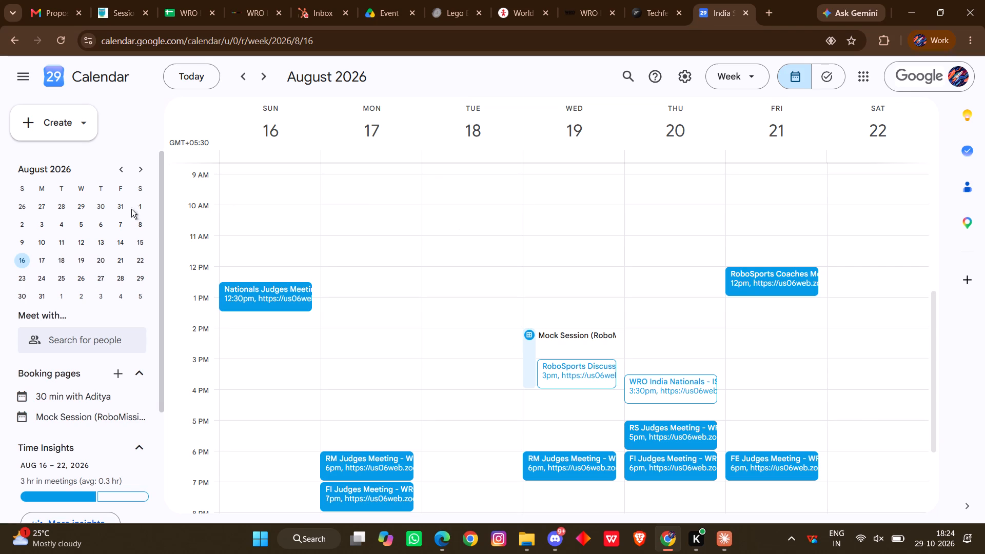
{"action": "left_click", "coordinate": [140, 174]}
{"action": "double_click", "coordinate": [140, 174]}
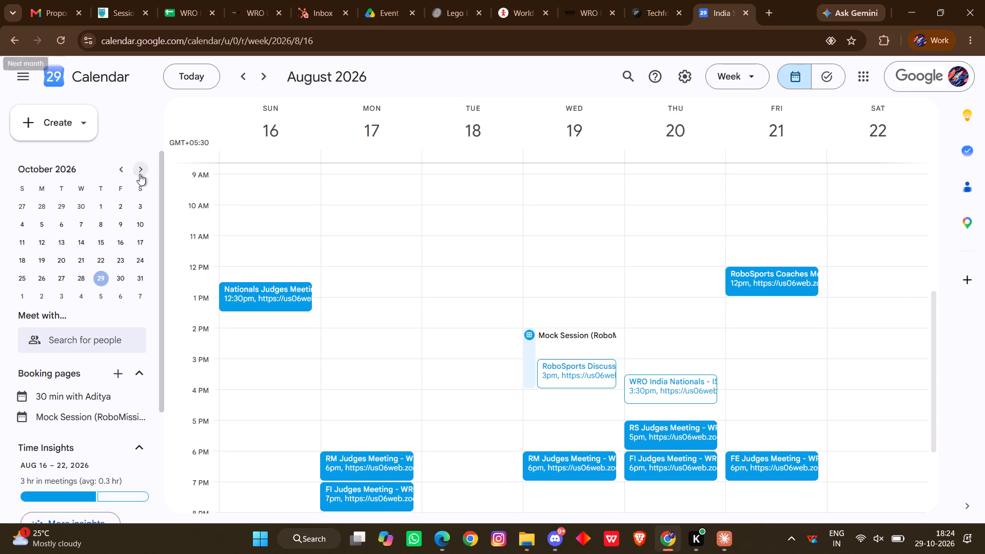
{"action": "left_click", "coordinate": [123, 172]}
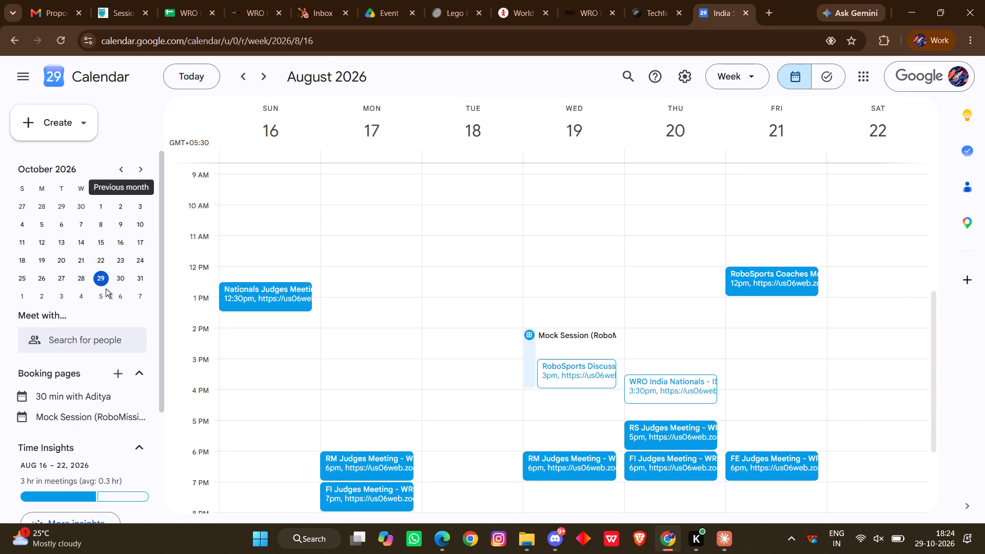
{"action": "left_click", "coordinate": [79, 293]}
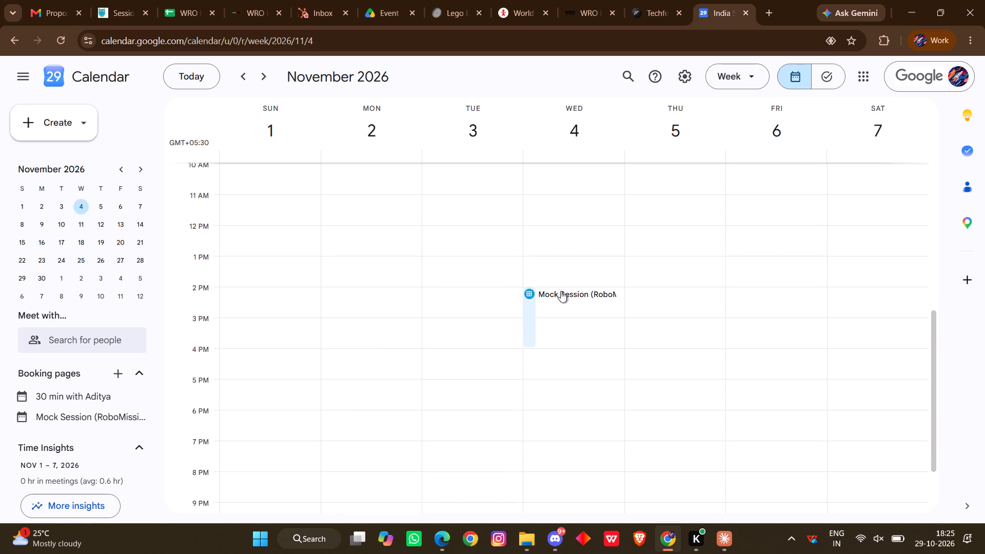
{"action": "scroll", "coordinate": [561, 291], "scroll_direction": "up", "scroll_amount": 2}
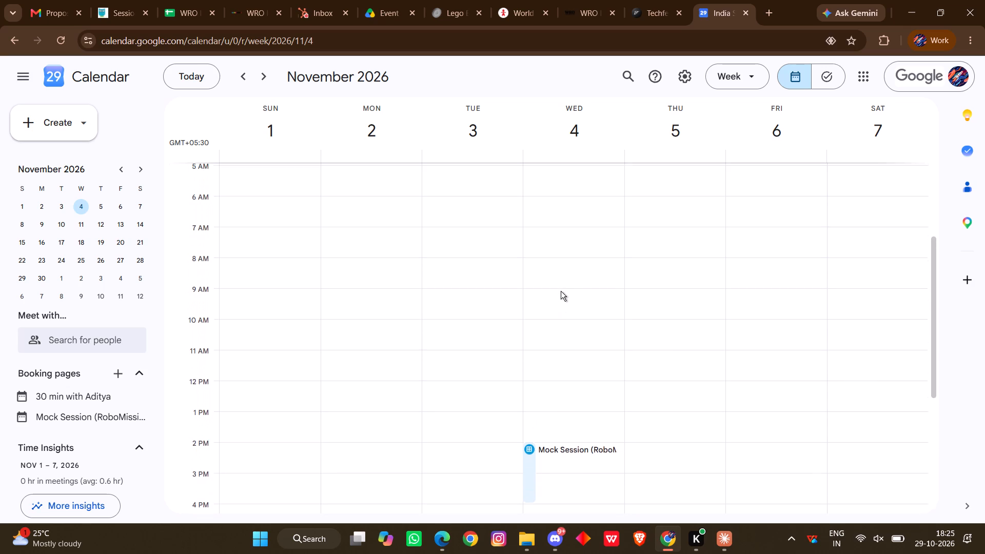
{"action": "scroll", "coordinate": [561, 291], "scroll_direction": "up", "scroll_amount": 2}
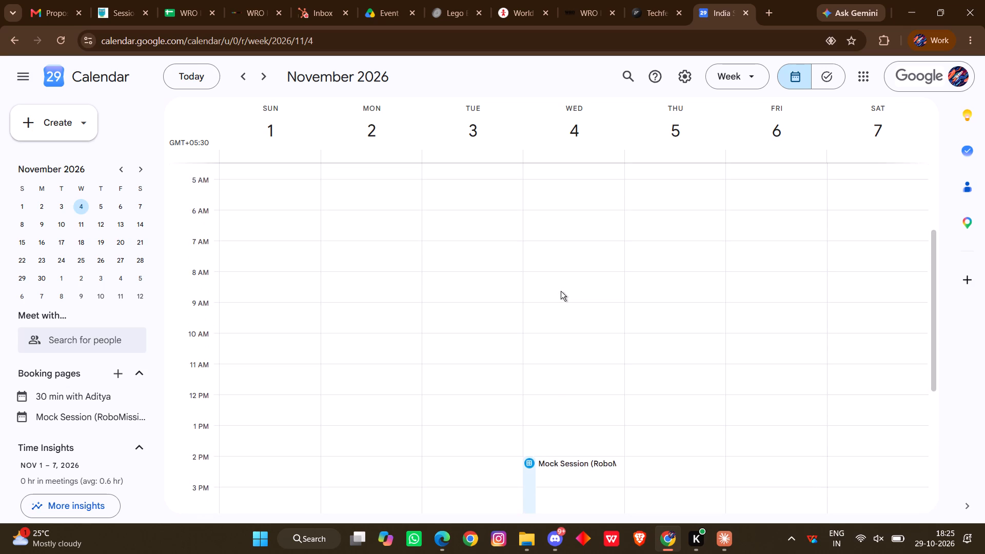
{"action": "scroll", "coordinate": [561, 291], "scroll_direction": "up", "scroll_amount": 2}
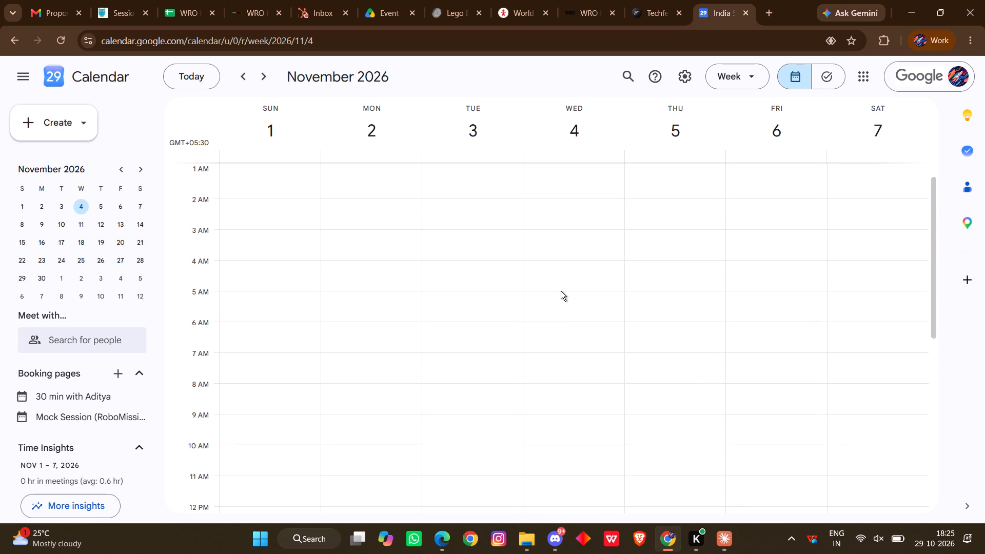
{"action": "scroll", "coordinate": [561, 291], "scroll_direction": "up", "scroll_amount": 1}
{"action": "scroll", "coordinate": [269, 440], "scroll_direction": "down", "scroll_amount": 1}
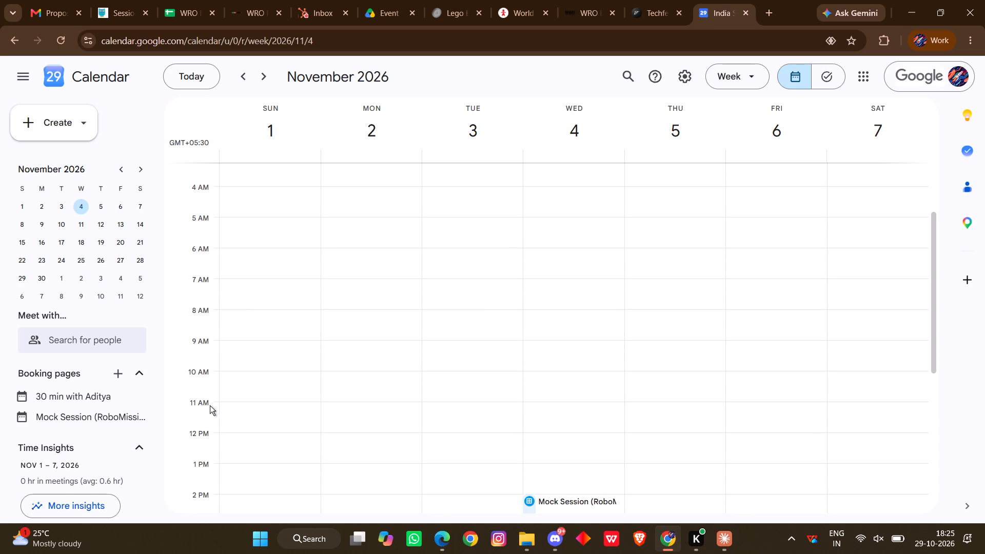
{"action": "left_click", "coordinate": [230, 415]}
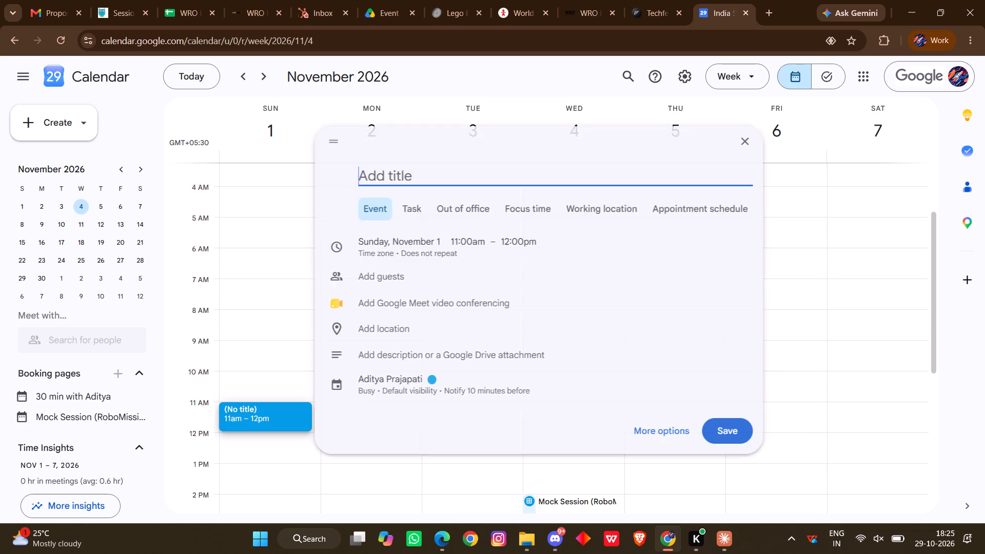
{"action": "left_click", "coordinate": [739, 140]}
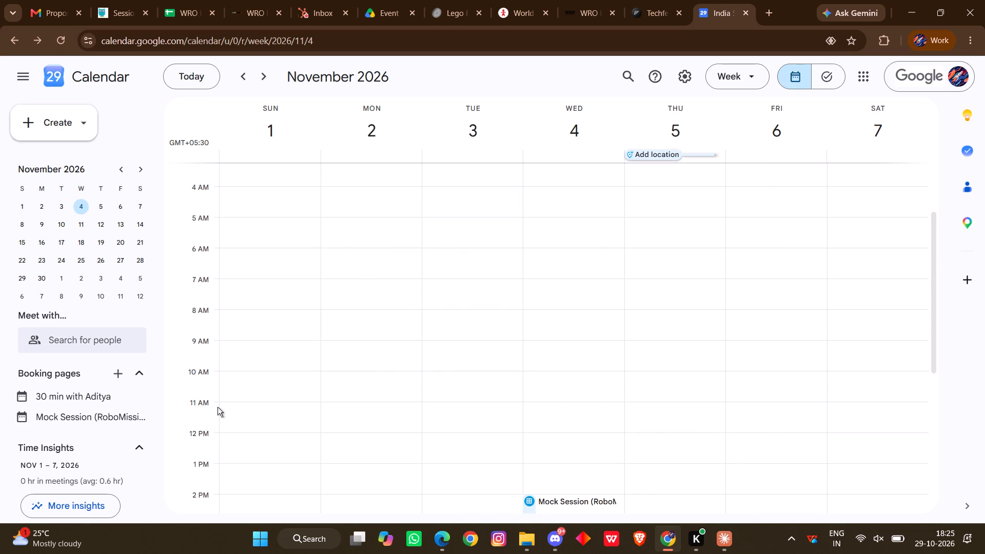
Open November 4, 2026 in the day view and look through that day's schedule.
{"action": "left_click", "coordinate": [577, 143]}
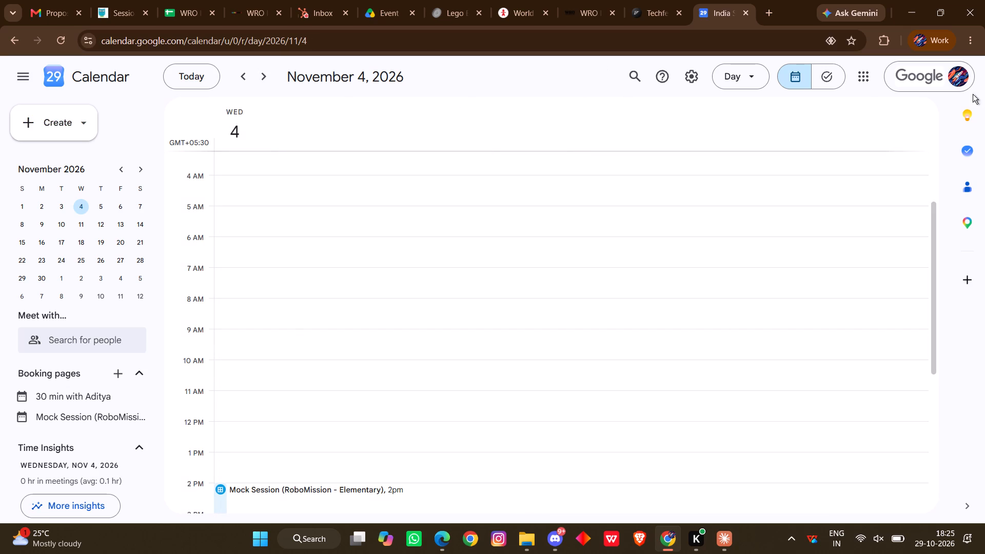
{"action": "left_click", "coordinate": [832, 81]}
{"action": "left_click", "coordinate": [809, 80]}
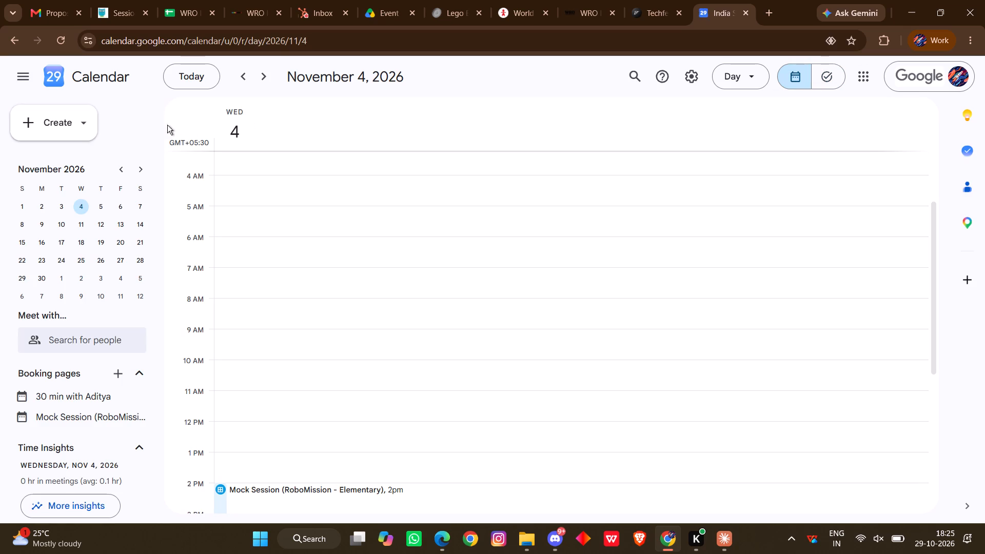
{"action": "left_click", "coordinate": [247, 74]}
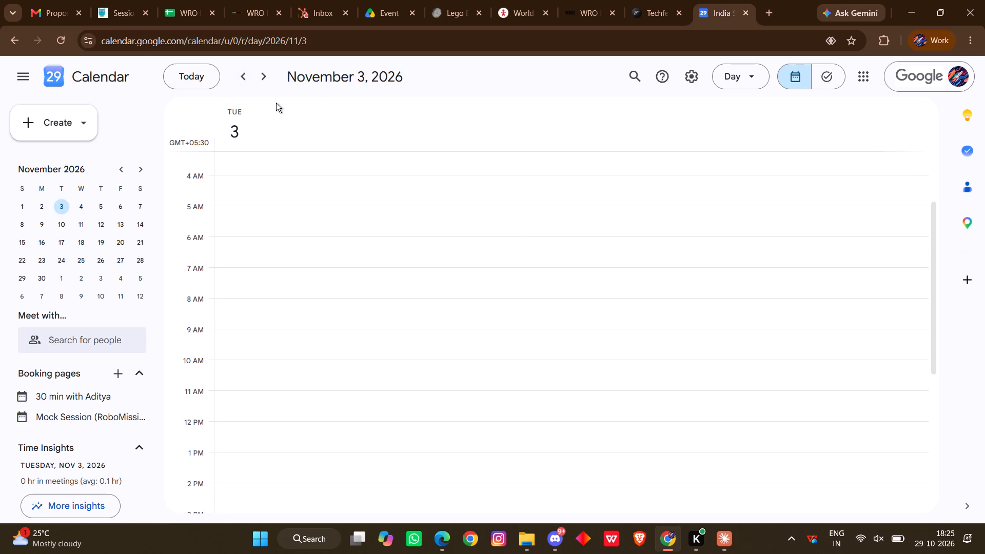
{"action": "left_click", "coordinate": [262, 76]}
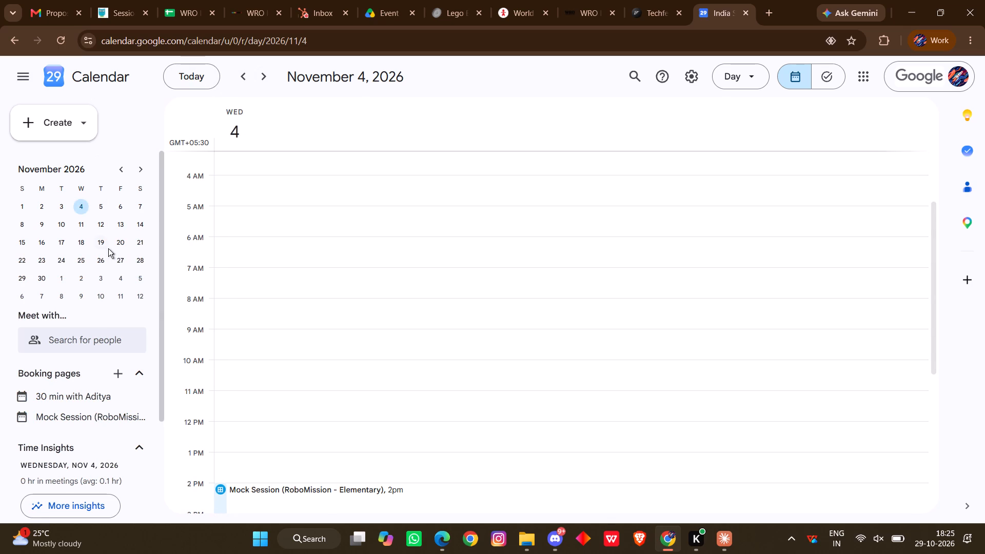
{"action": "left_click", "coordinate": [84, 211]}
{"action": "left_click", "coordinate": [84, 211]}
{"action": "scroll", "coordinate": [404, 331], "scroll_direction": "down", "scroll_amount": 1}
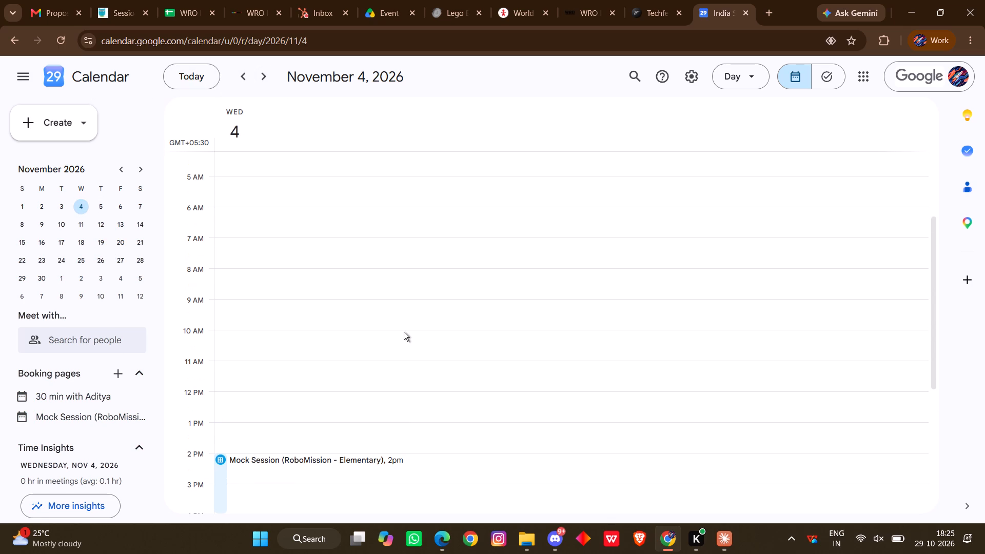
{"action": "scroll", "coordinate": [404, 331], "scroll_direction": "down", "scroll_amount": 1}
Switch the calendar back to the week view and show the week of November 4, 2026.
{"action": "left_click", "coordinate": [741, 77]}
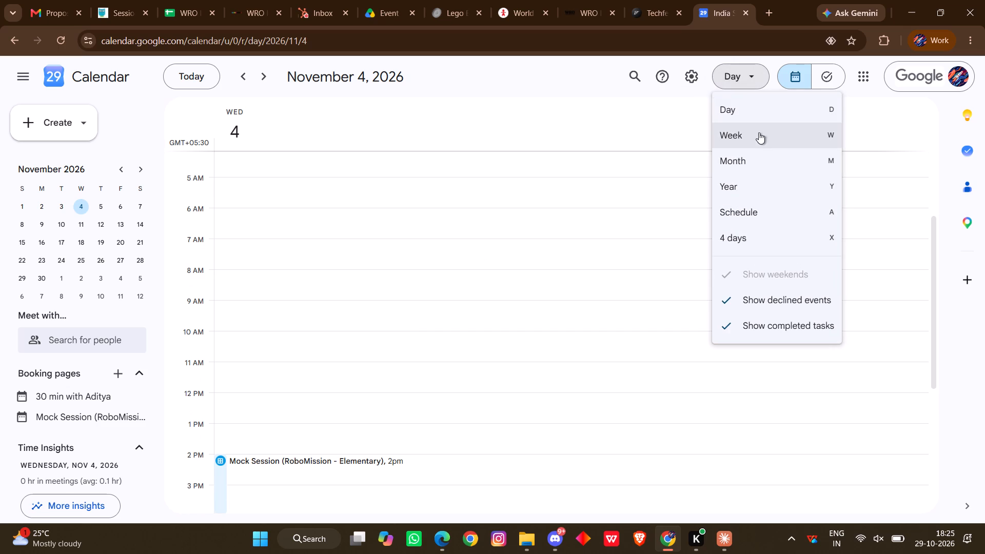
{"action": "left_click", "coordinate": [762, 150]}
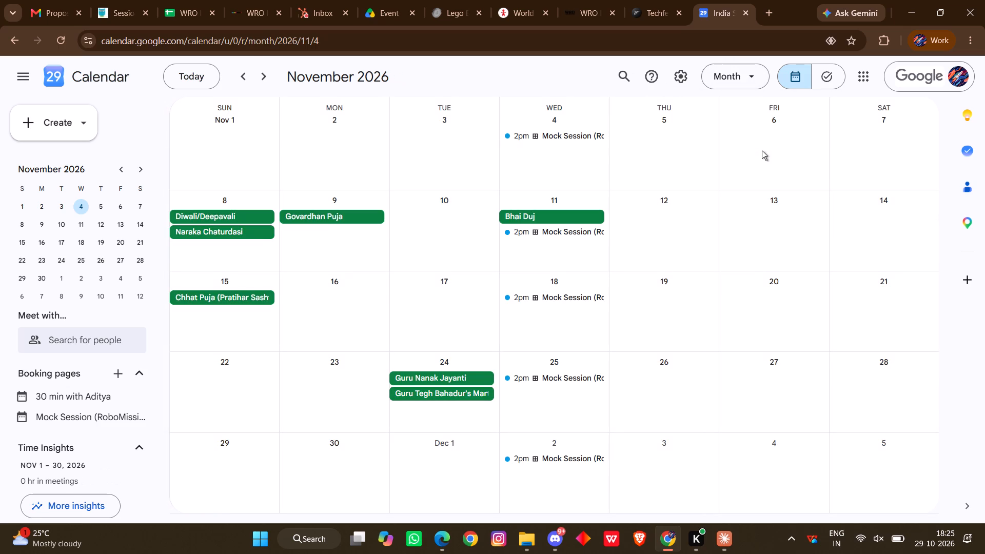
{"action": "scroll", "coordinate": [666, 244], "scroll_direction": "up", "scroll_amount": 1}
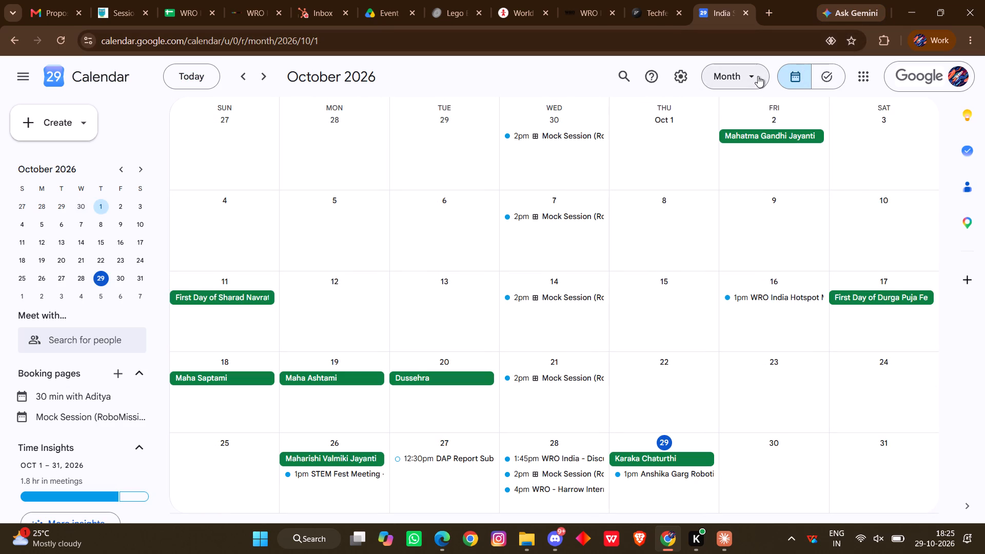
{"action": "left_click", "coordinate": [757, 76]}
{"action": "left_click", "coordinate": [749, 134]}
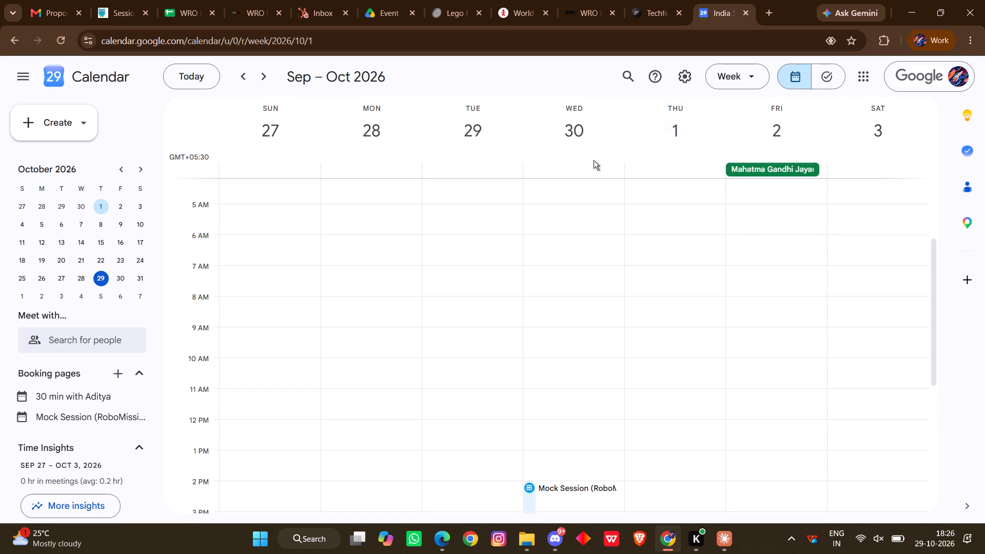
{"action": "left_click", "coordinate": [82, 295]}
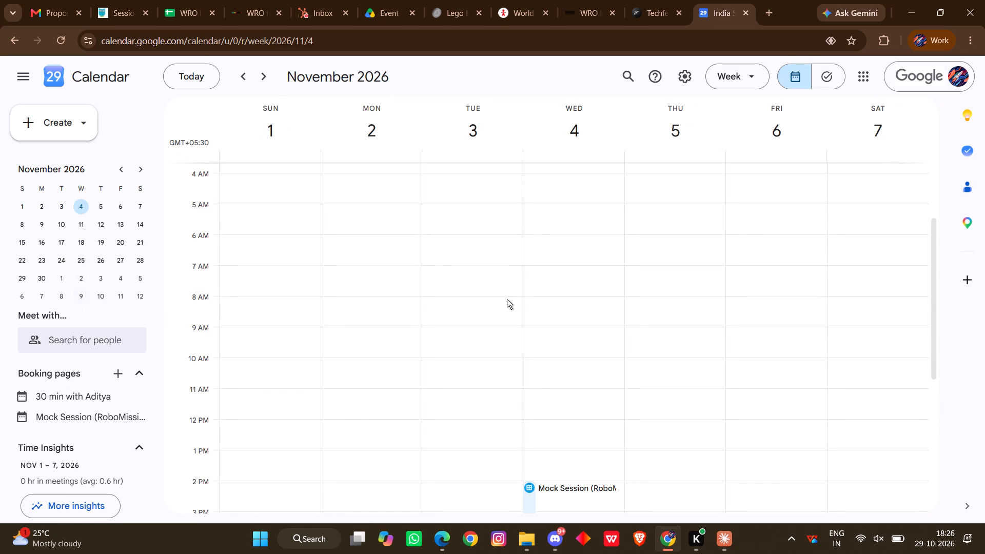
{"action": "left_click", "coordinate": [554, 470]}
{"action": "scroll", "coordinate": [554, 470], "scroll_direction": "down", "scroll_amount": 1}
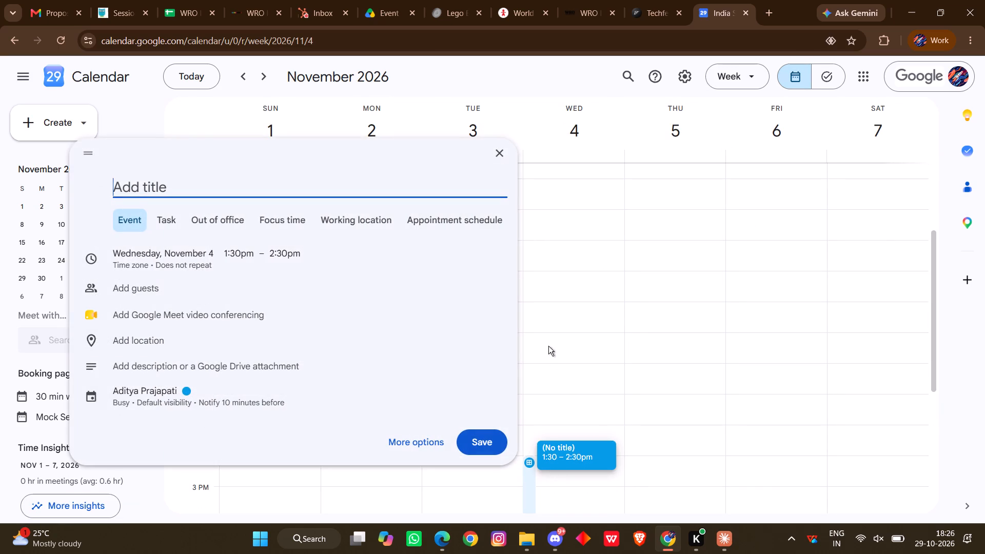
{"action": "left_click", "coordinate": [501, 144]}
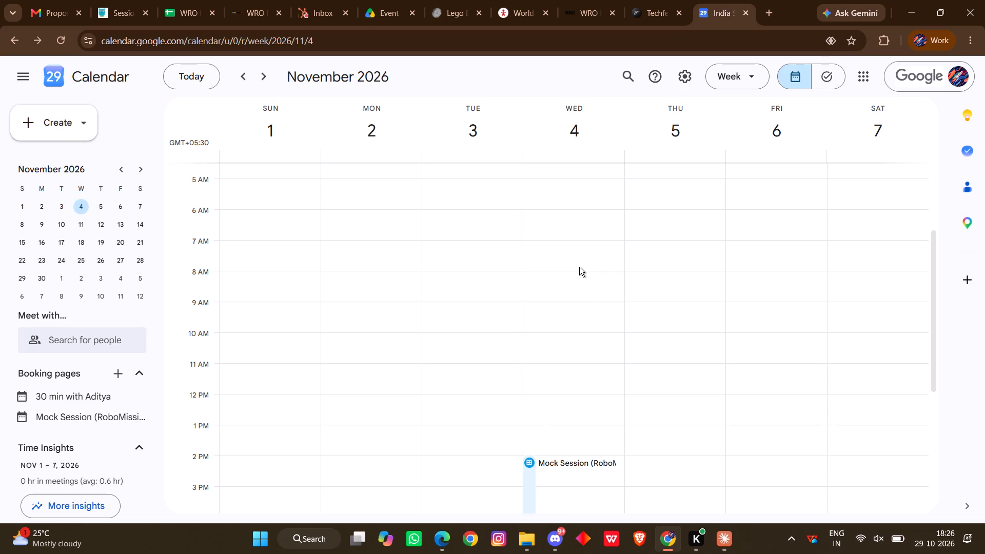
Start a new event on Wednesday, November 4 at 11:00am and open its start time choices.
{"action": "left_click", "coordinate": [585, 366]}
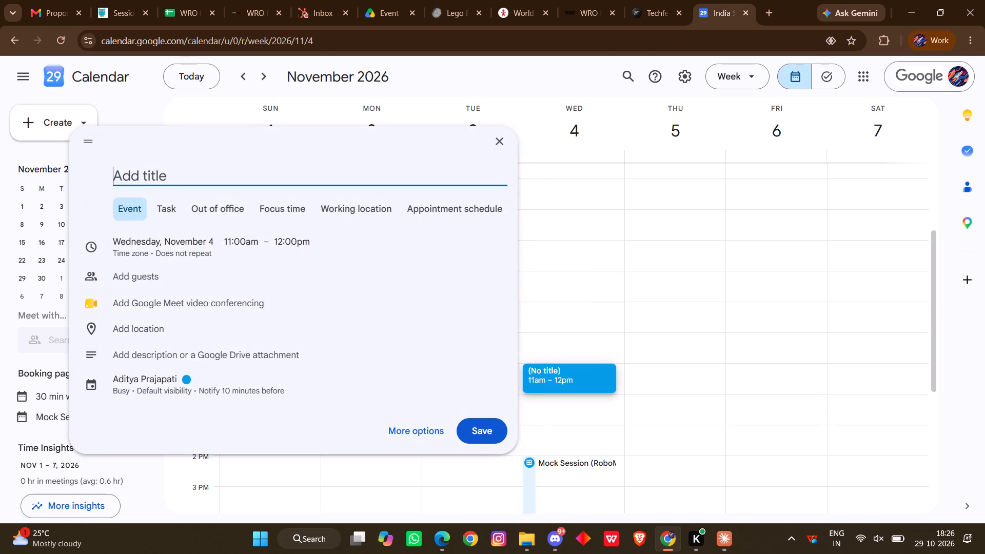
{"action": "left_click", "coordinate": [212, 242]}
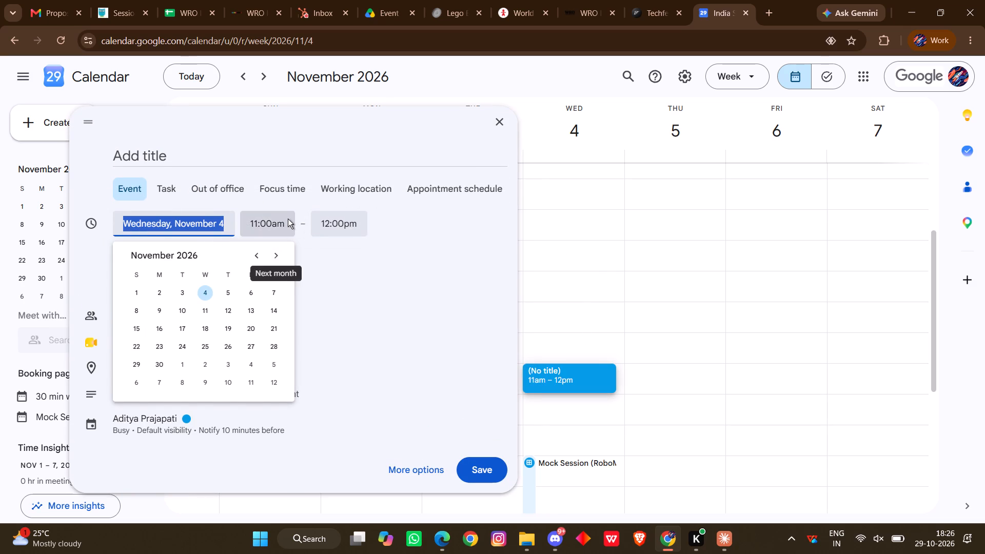
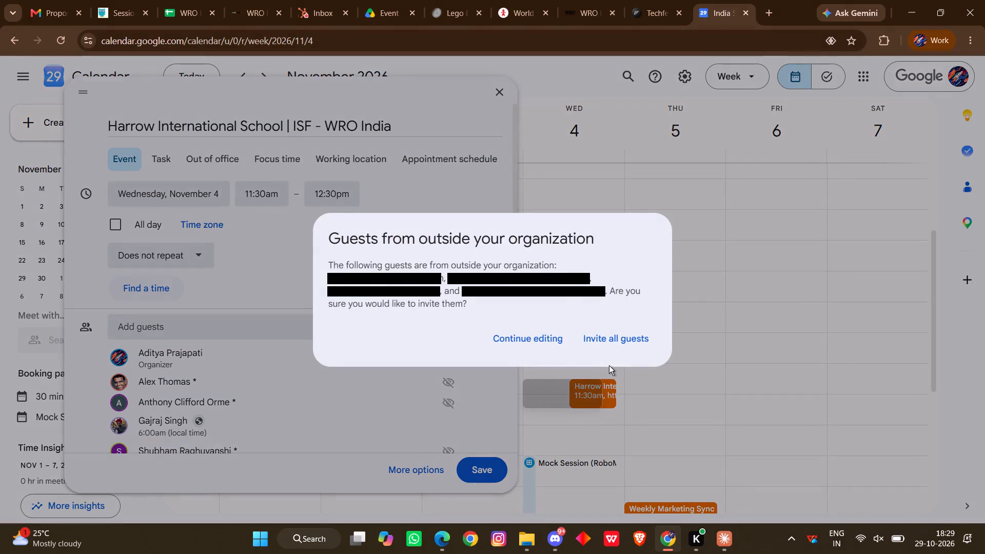
Invite all guests from outside the organization to the Harrow International School event and check its place on Wednesday, November 4.
{"action": "left_click", "coordinate": [607, 327]}
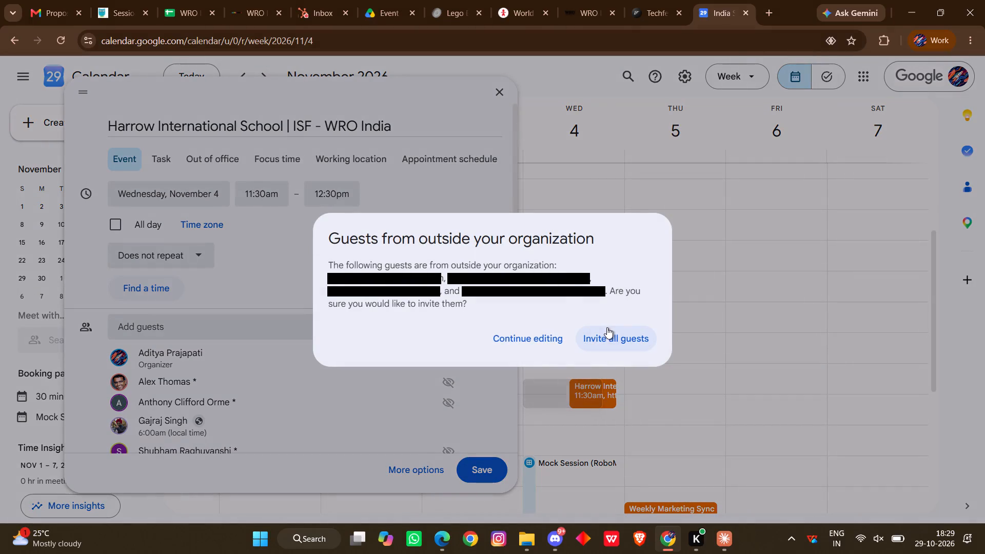
{"action": "scroll", "coordinate": [521, 381], "scroll_direction": "down", "scroll_amount": 1}
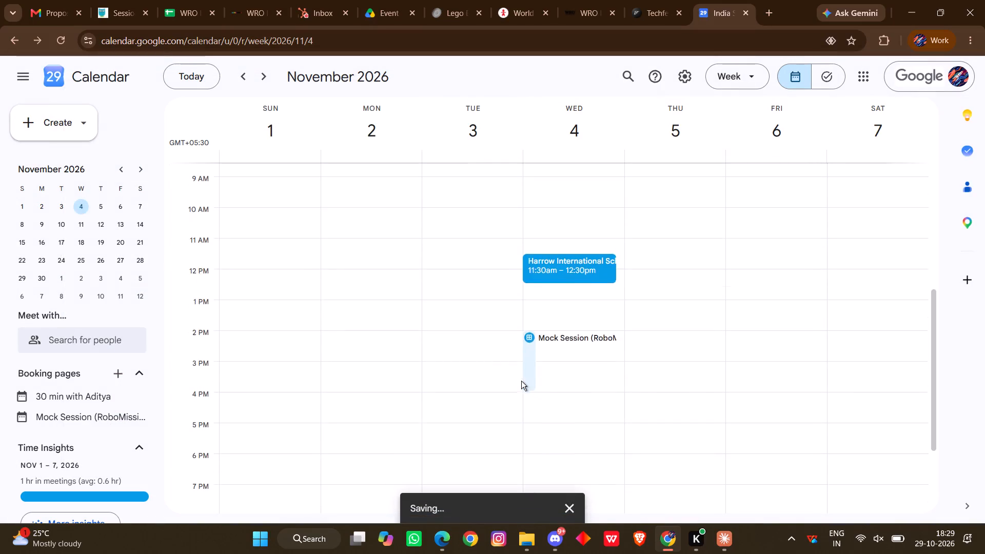
{"action": "scroll", "coordinate": [521, 381], "scroll_direction": "down", "scroll_amount": 1}
{"action": "scroll", "coordinate": [521, 381], "scroll_direction": "up", "scroll_amount": 1}
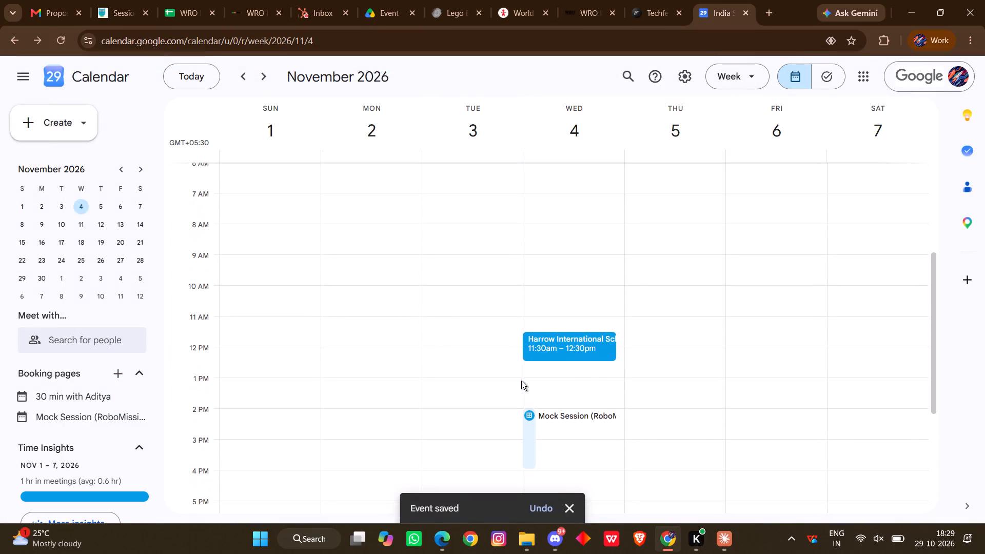
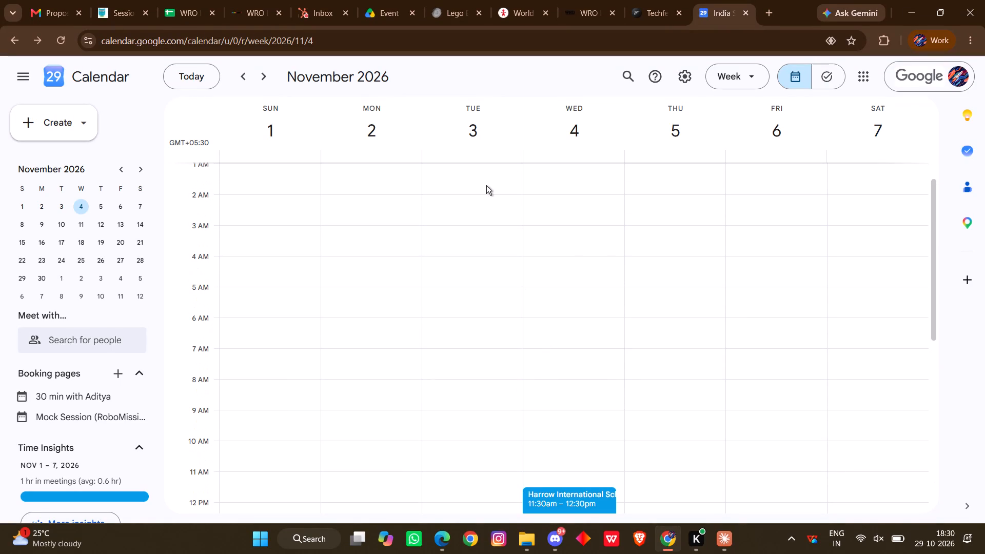
Review the Proposed Partnership email thread, expanding the 1:08 PM meeting link message and the three collapsed messages.
{"action": "scroll", "coordinate": [554, 191], "scroll_direction": "down", "scroll_amount": 1}
{"action": "left_click", "coordinate": [94, 0]}
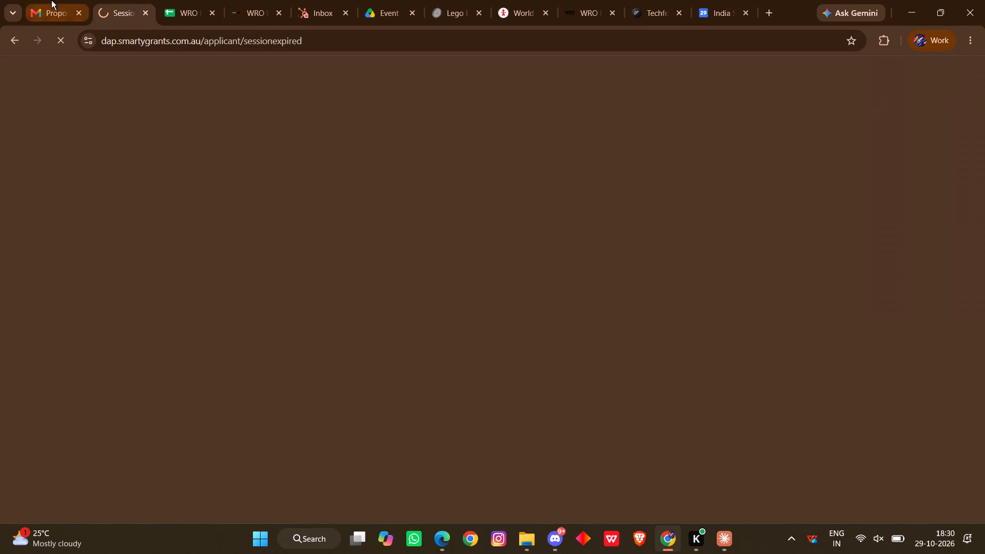
{"action": "left_click", "coordinate": [51, 0]}
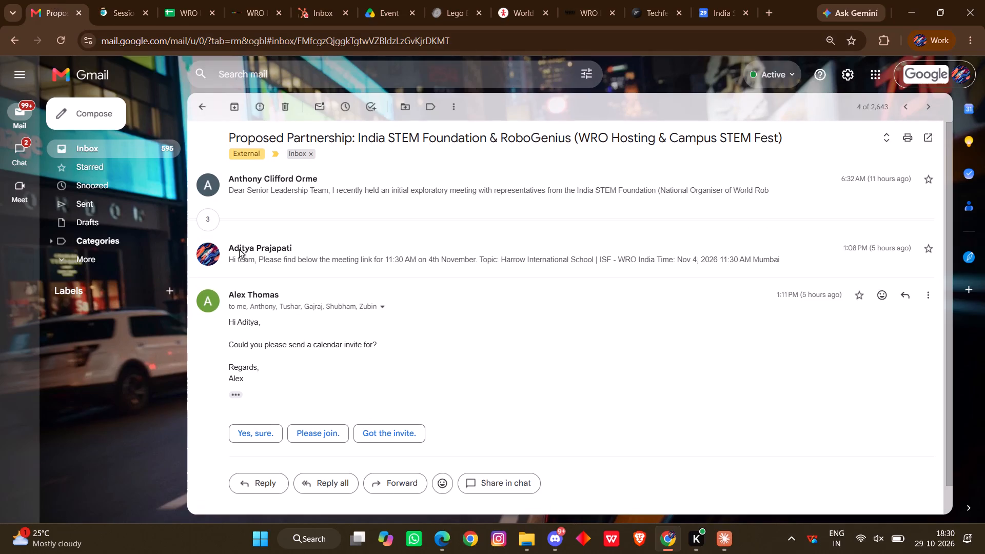
{"action": "scroll", "coordinate": [239, 249], "scroll_direction": "down", "scroll_amount": 1}
{"action": "scroll", "coordinate": [329, 330], "scroll_direction": "up", "scroll_amount": 1}
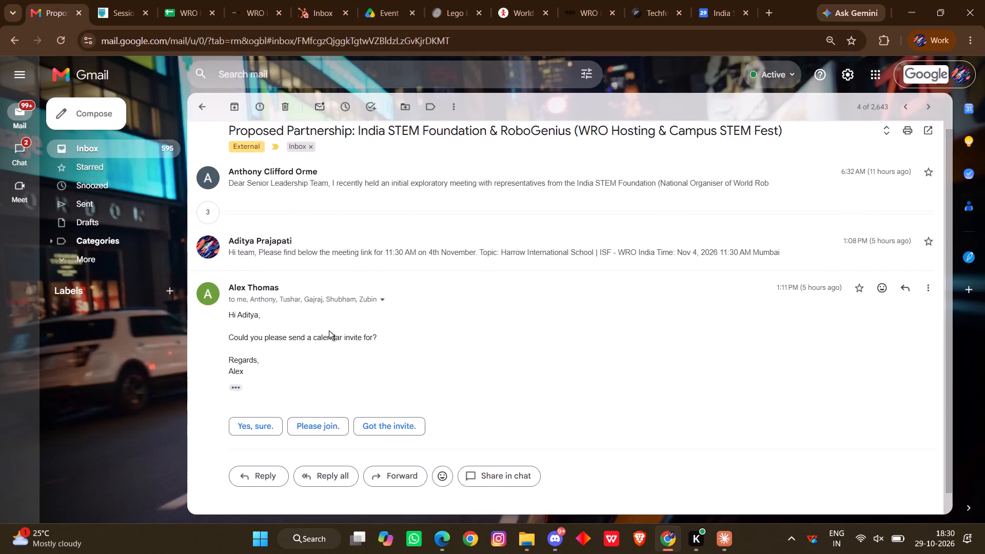
{"action": "scroll", "coordinate": [329, 330], "scroll_direction": "up", "scroll_amount": 1}
{"action": "left_click", "coordinate": [268, 245]}
{"action": "scroll", "coordinate": [276, 335], "scroll_direction": "down", "scroll_amount": 1}
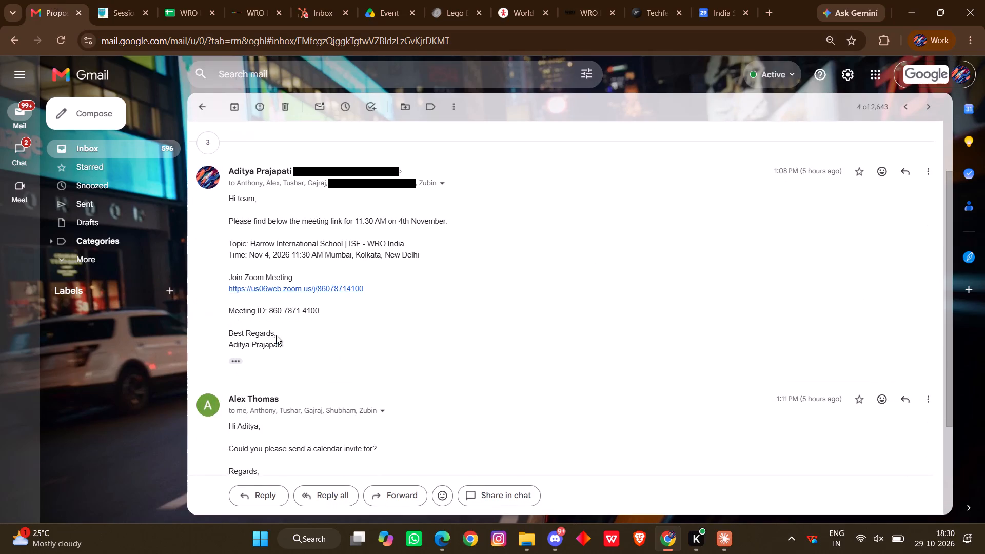
{"action": "scroll", "coordinate": [276, 335], "scroll_direction": "down", "scroll_amount": 1}
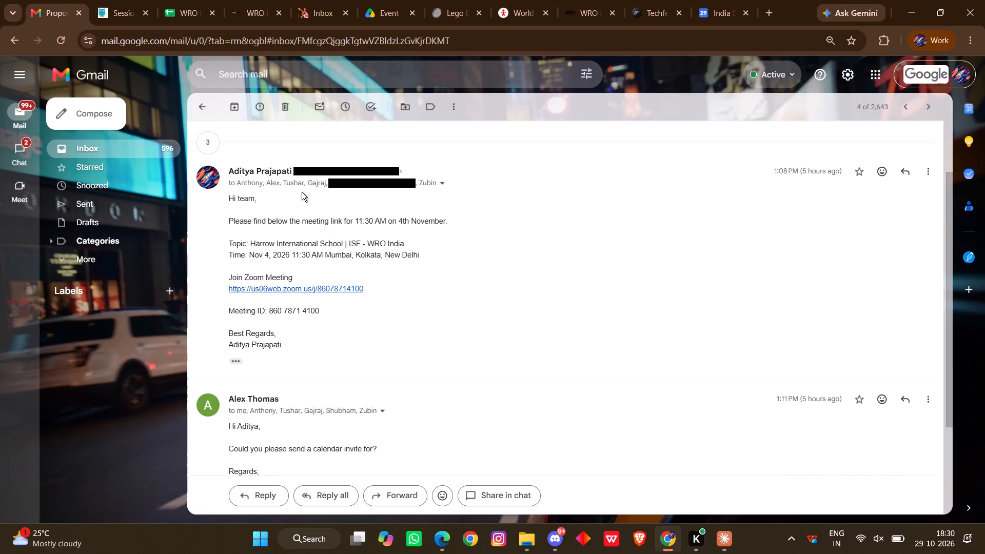
{"action": "scroll", "coordinate": [299, 188], "scroll_direction": "up", "scroll_amount": 5}
{"action": "left_click", "coordinate": [212, 220]}
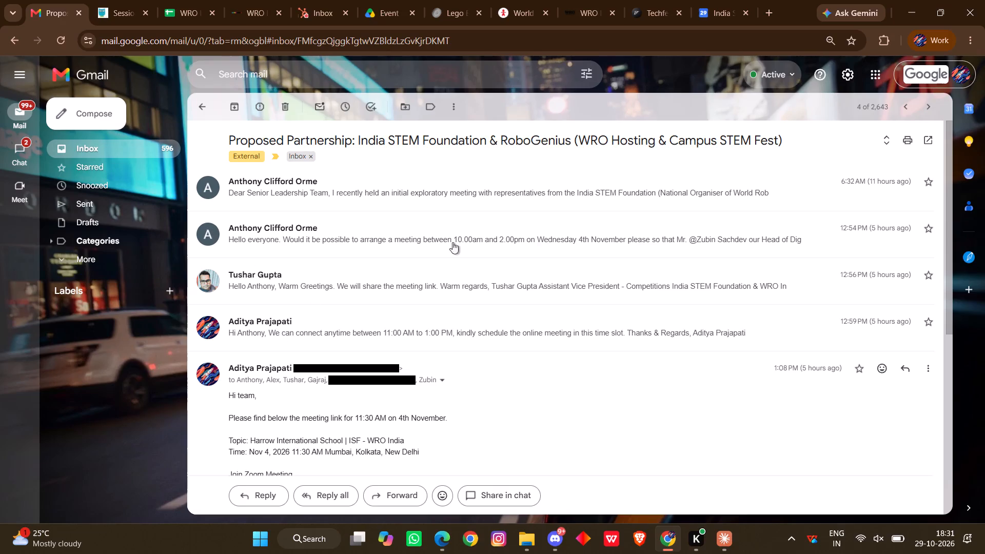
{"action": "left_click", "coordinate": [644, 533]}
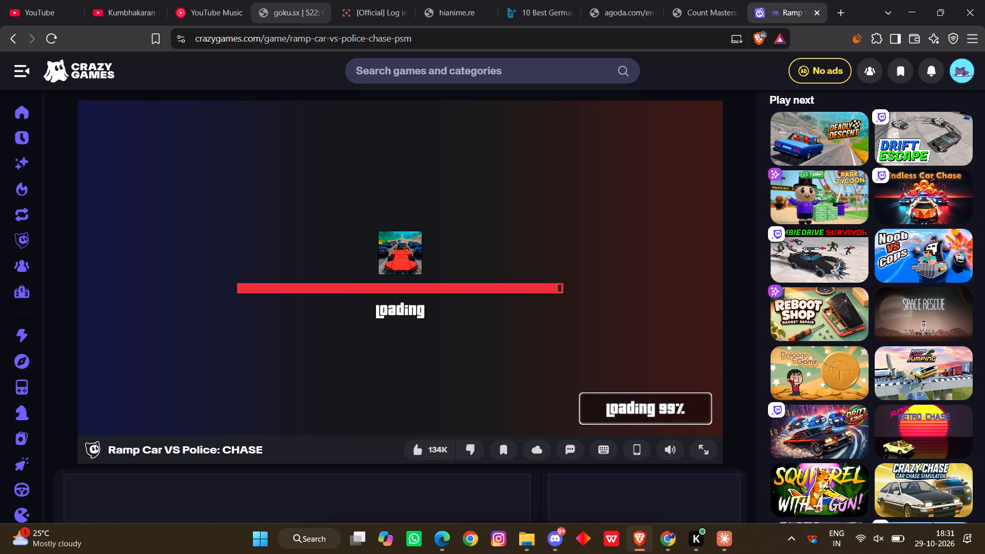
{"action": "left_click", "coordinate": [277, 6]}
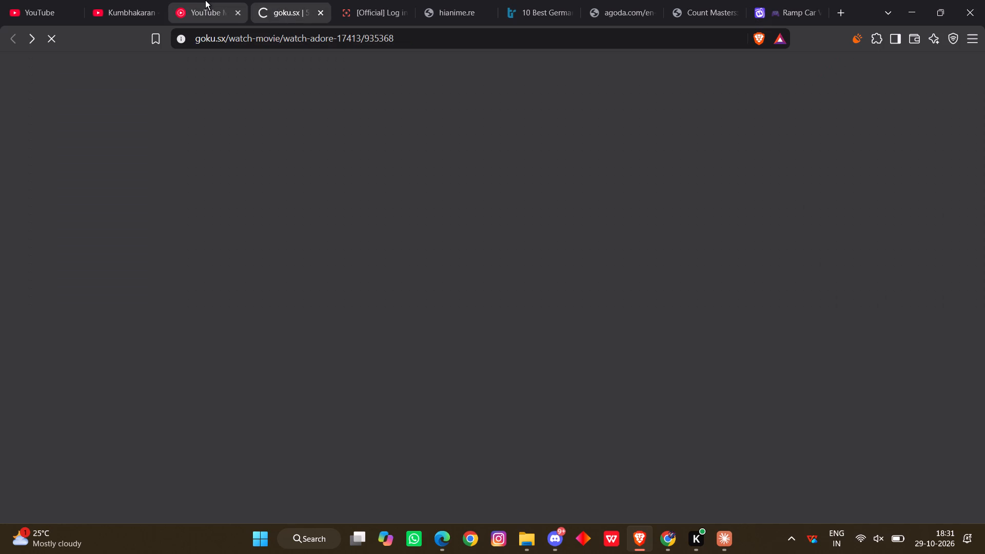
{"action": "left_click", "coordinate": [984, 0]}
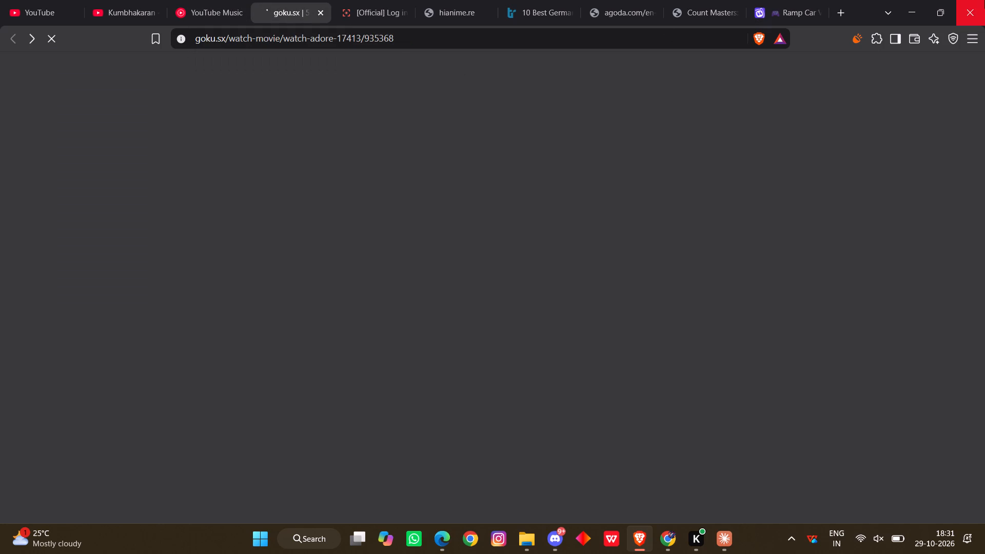
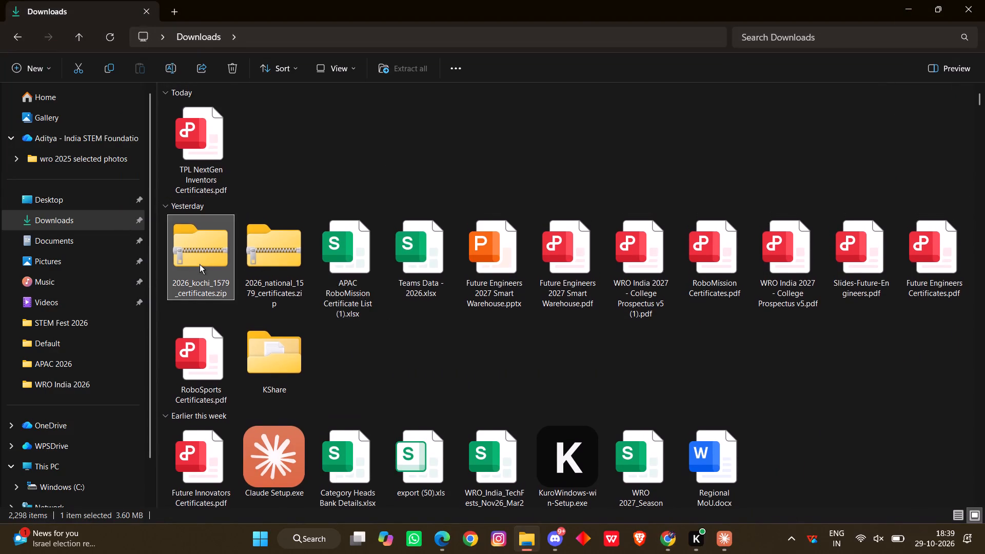
Delete the 2026 Kochi and national 1579 certificate zip files and TPL NextGen Inventors Certificates.pdf from the Downloads folder.
{"action": "left_click", "coordinate": [222, 267]}
{"action": "key", "text": "Delete"}
{"action": "left_click", "coordinate": [196, 142]}
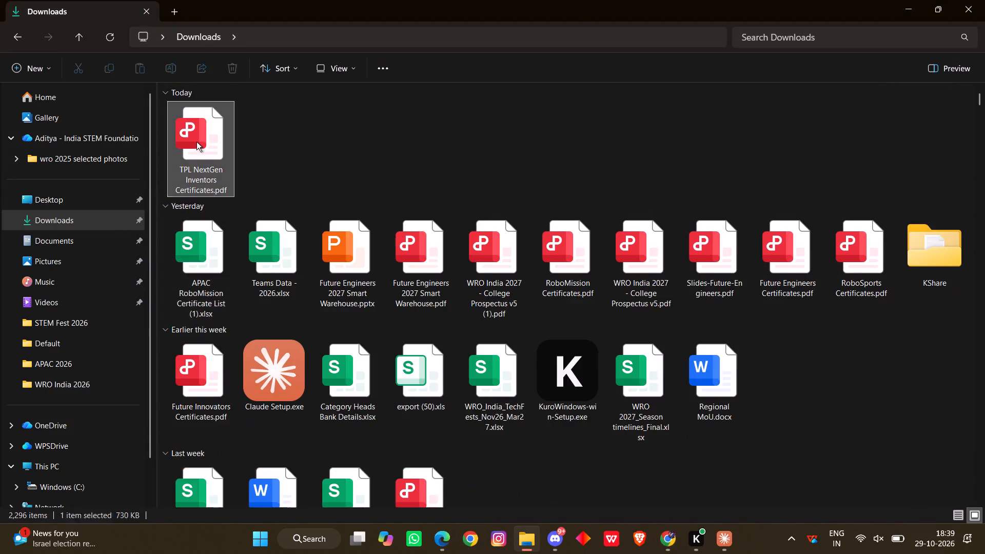
{"action": "key", "text": "Delete"}
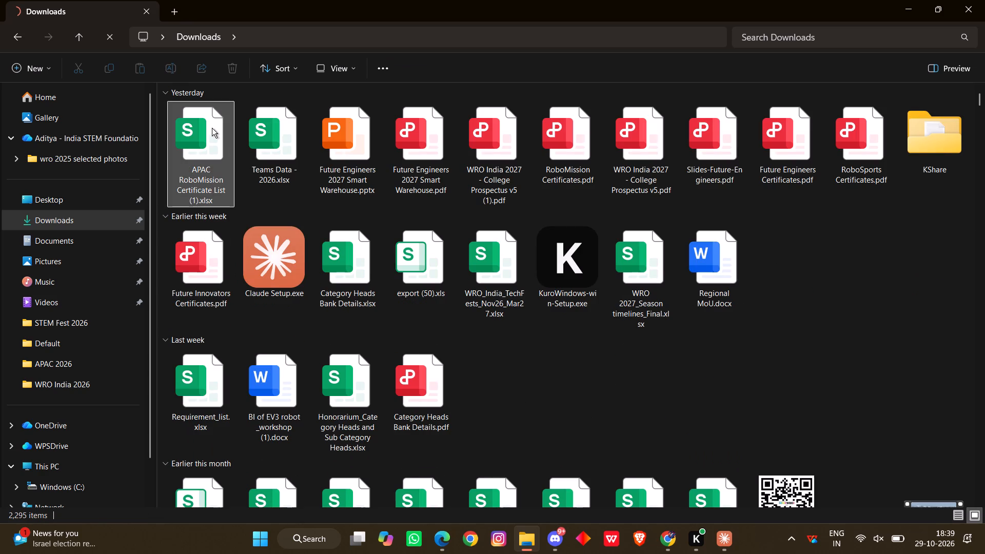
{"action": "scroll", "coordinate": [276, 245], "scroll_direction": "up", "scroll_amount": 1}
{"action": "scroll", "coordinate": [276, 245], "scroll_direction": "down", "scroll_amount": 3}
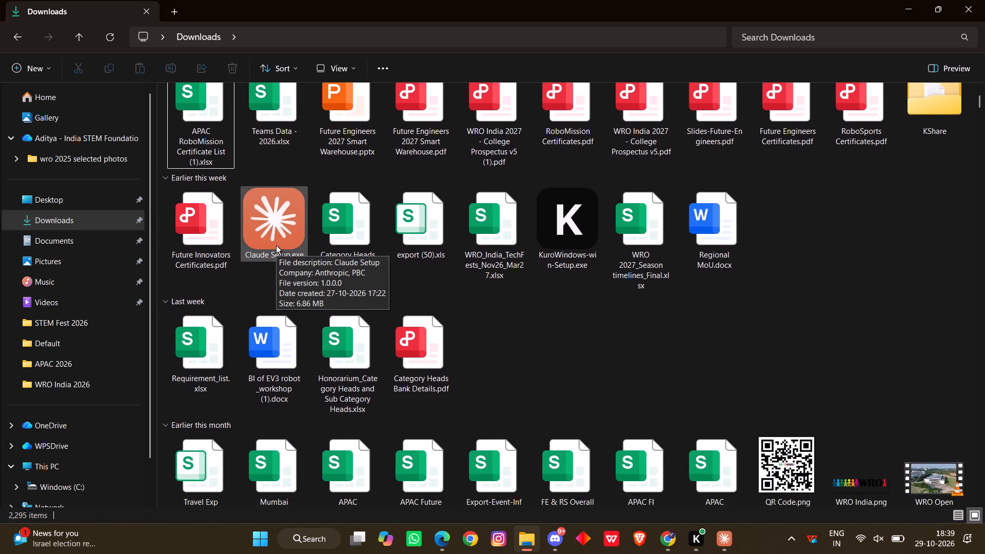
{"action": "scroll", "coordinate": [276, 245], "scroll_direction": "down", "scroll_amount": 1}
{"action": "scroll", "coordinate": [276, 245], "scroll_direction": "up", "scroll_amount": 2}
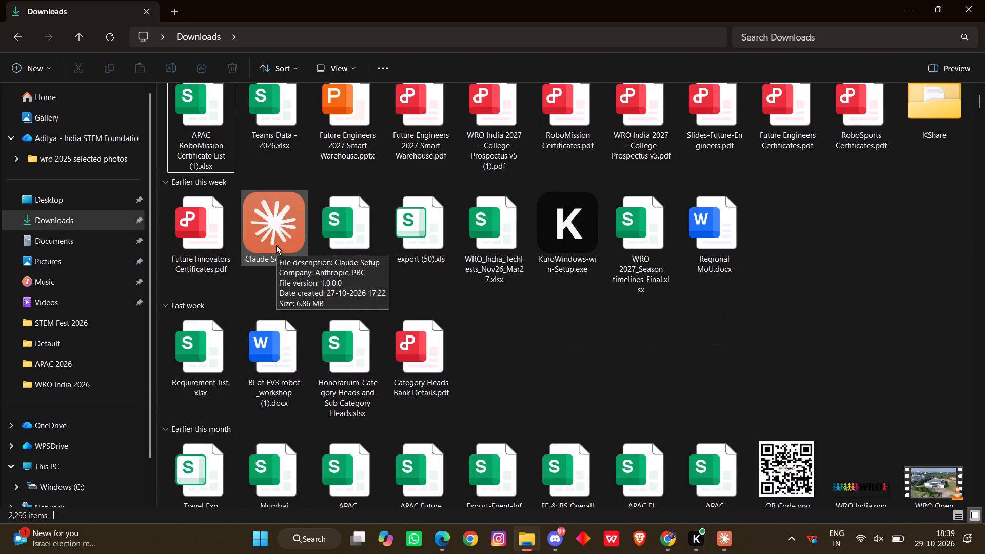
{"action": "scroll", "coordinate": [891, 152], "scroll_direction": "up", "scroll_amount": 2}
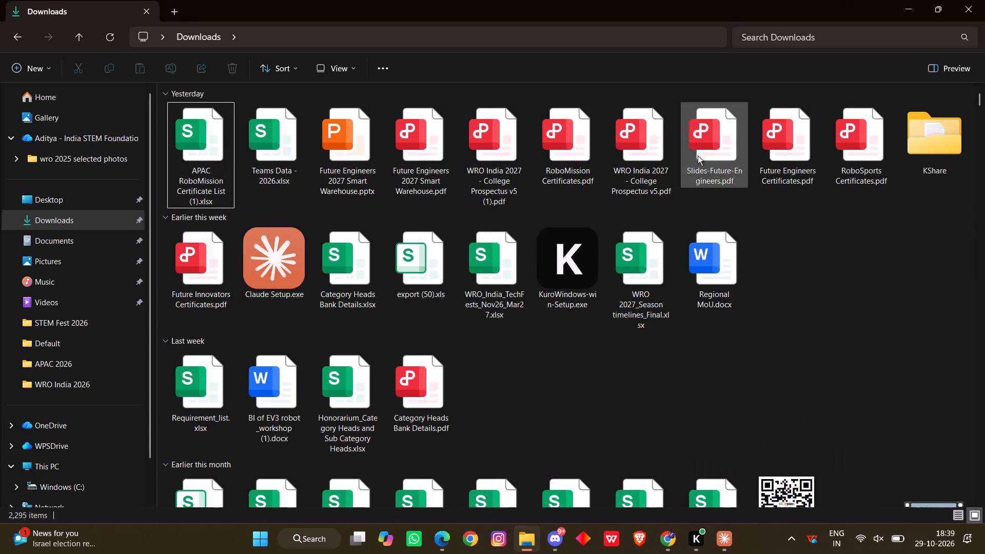
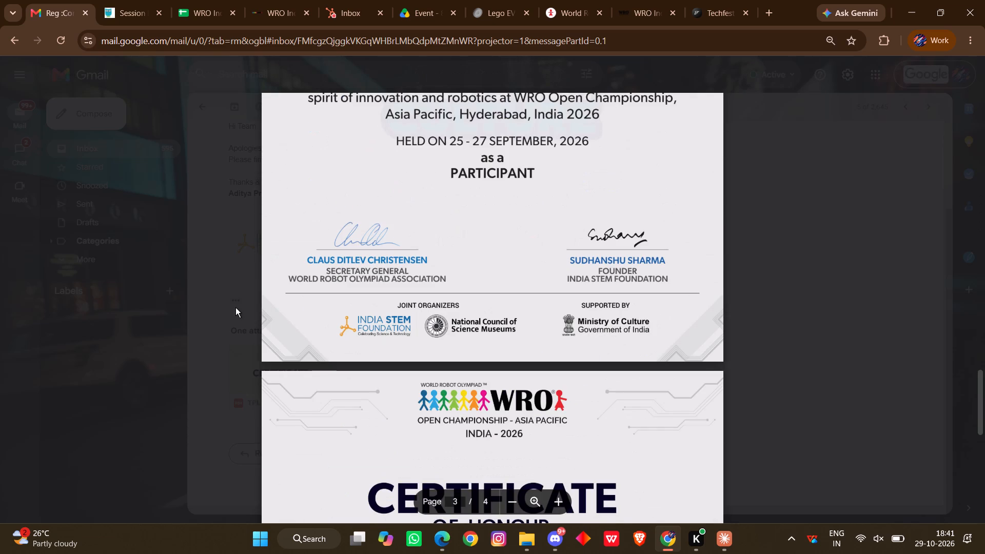
{"action": "scroll", "coordinate": [351, 268], "scroll_direction": "up", "scroll_amount": 5}
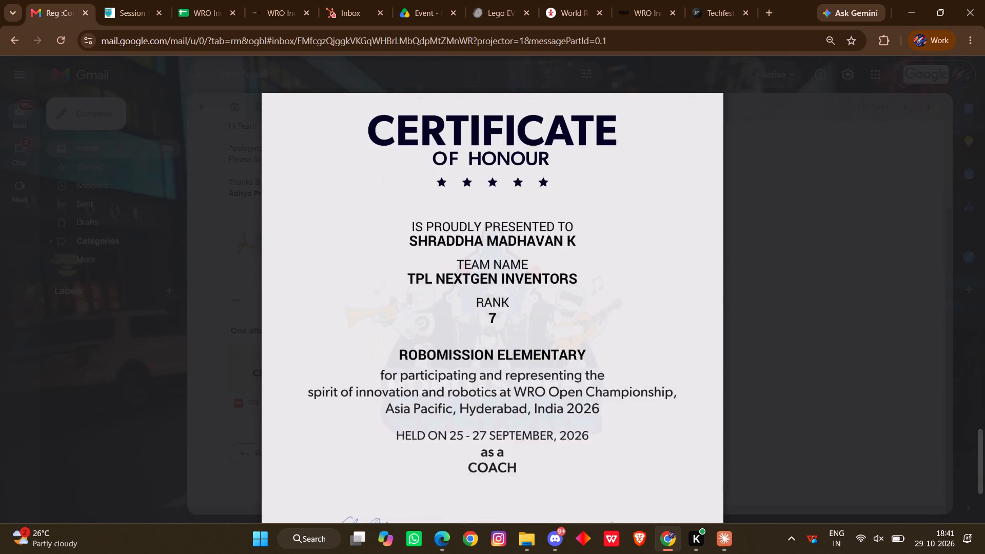
{"action": "scroll", "coordinate": [351, 268], "scroll_direction": "up", "scroll_amount": 19}
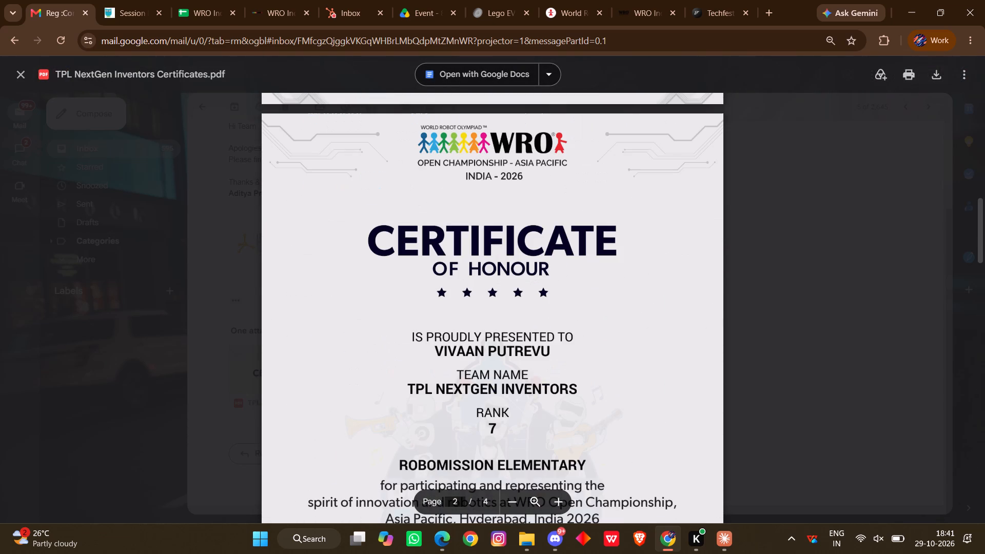